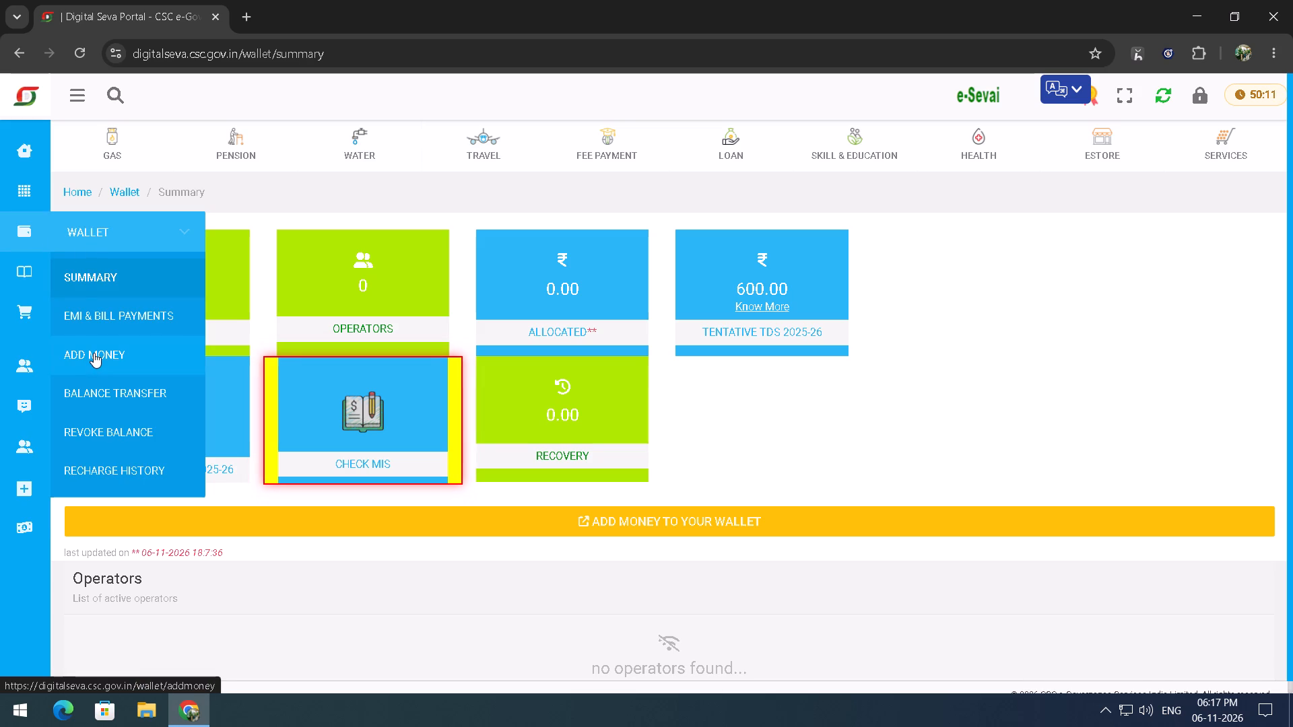
Open the wallet's Add Money page and enter 400 as the amount to add.
left_click(94, 353)
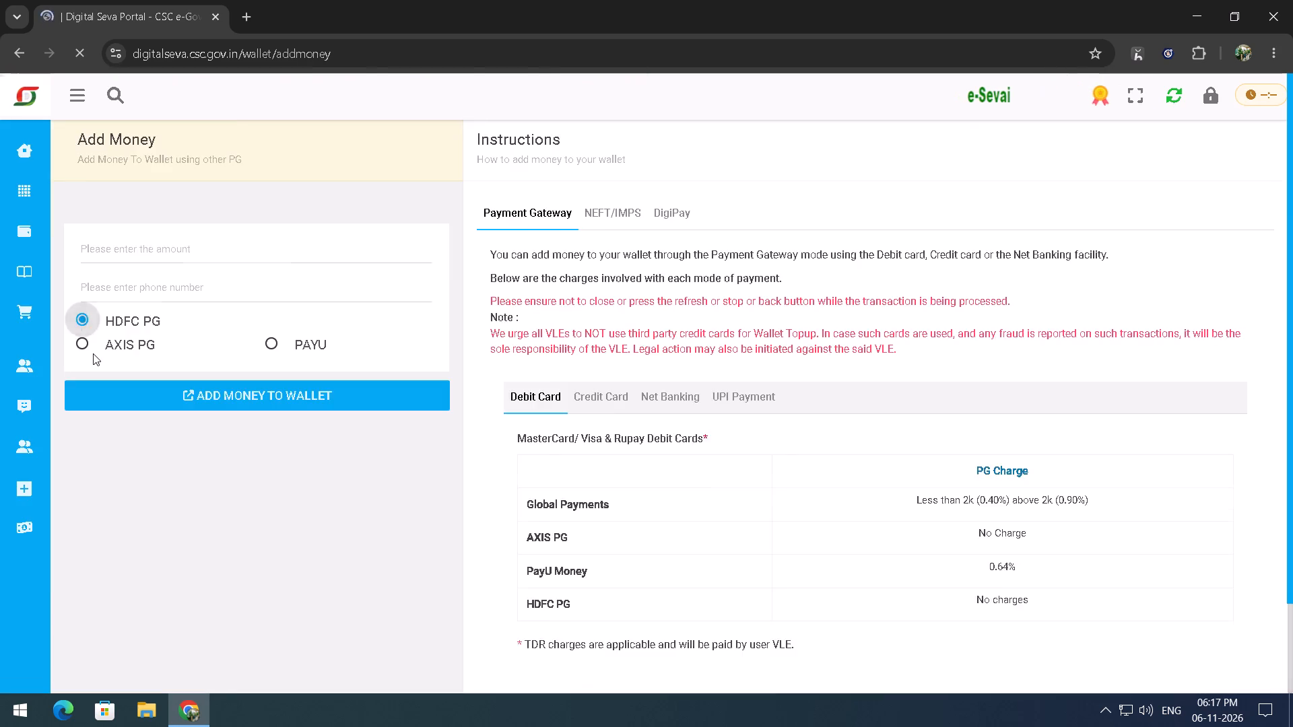
left_click(103, 329)
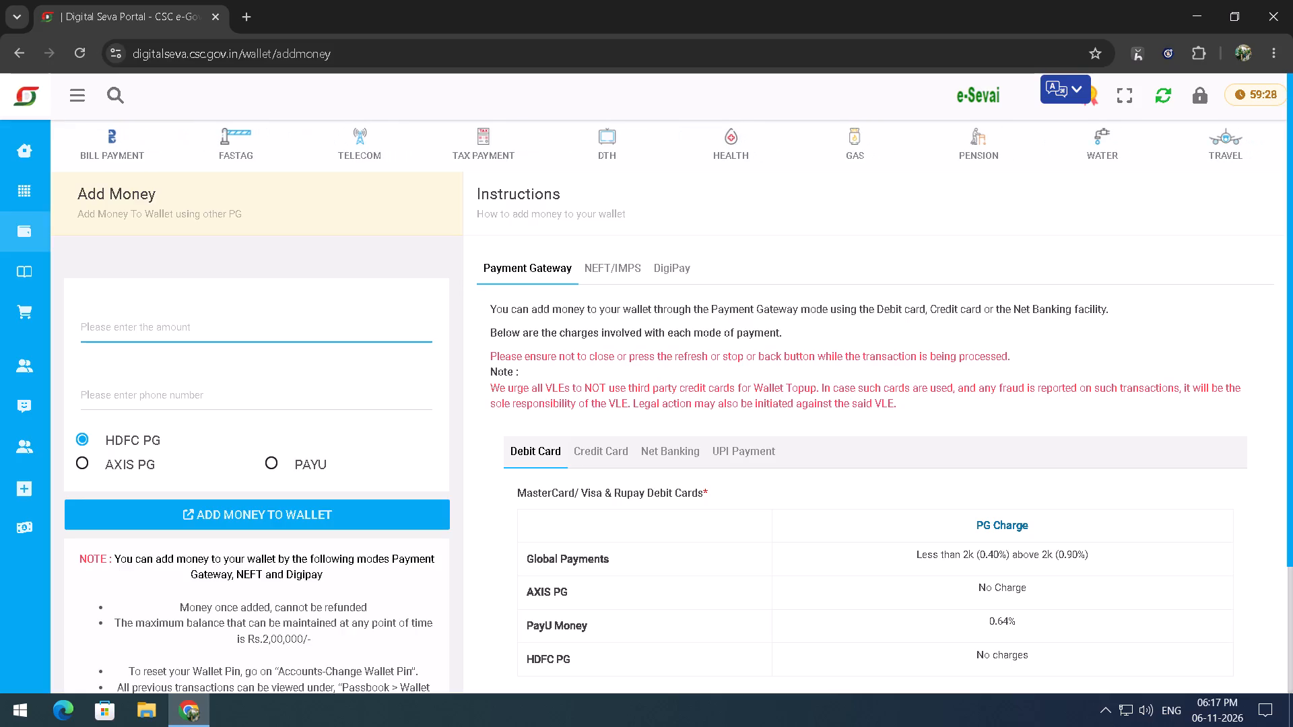
type("400")
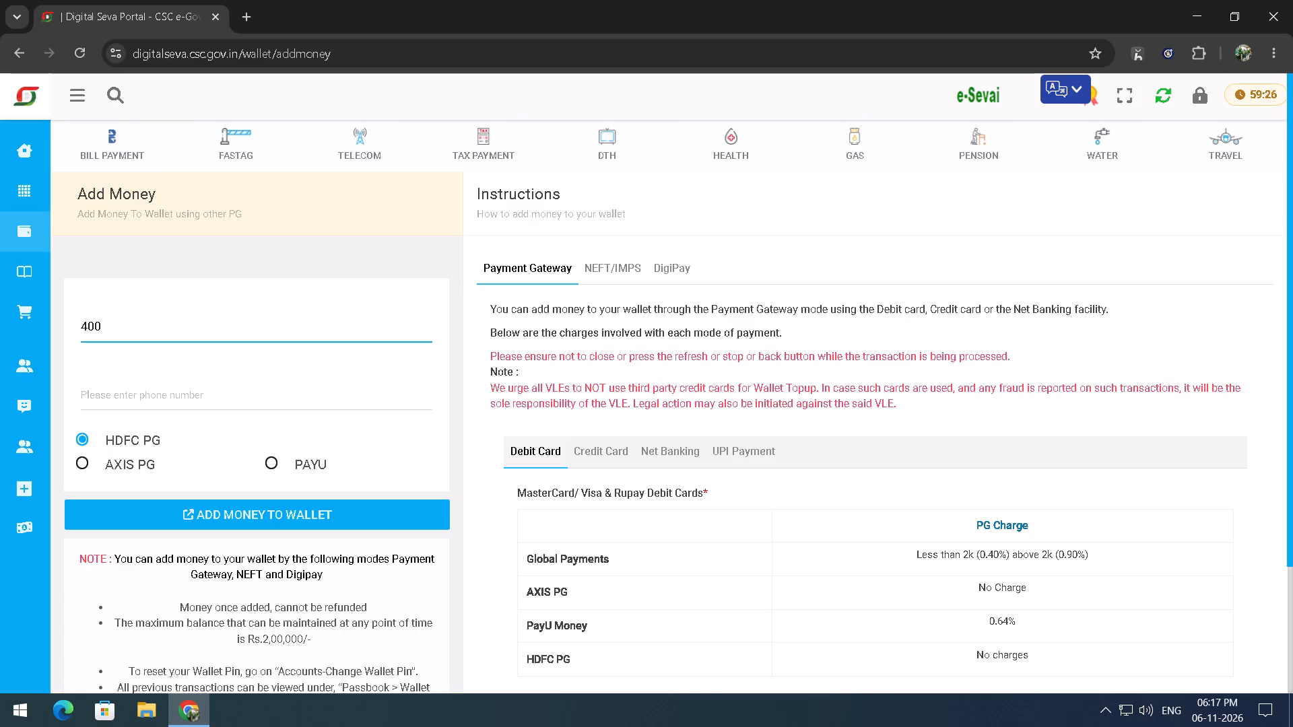
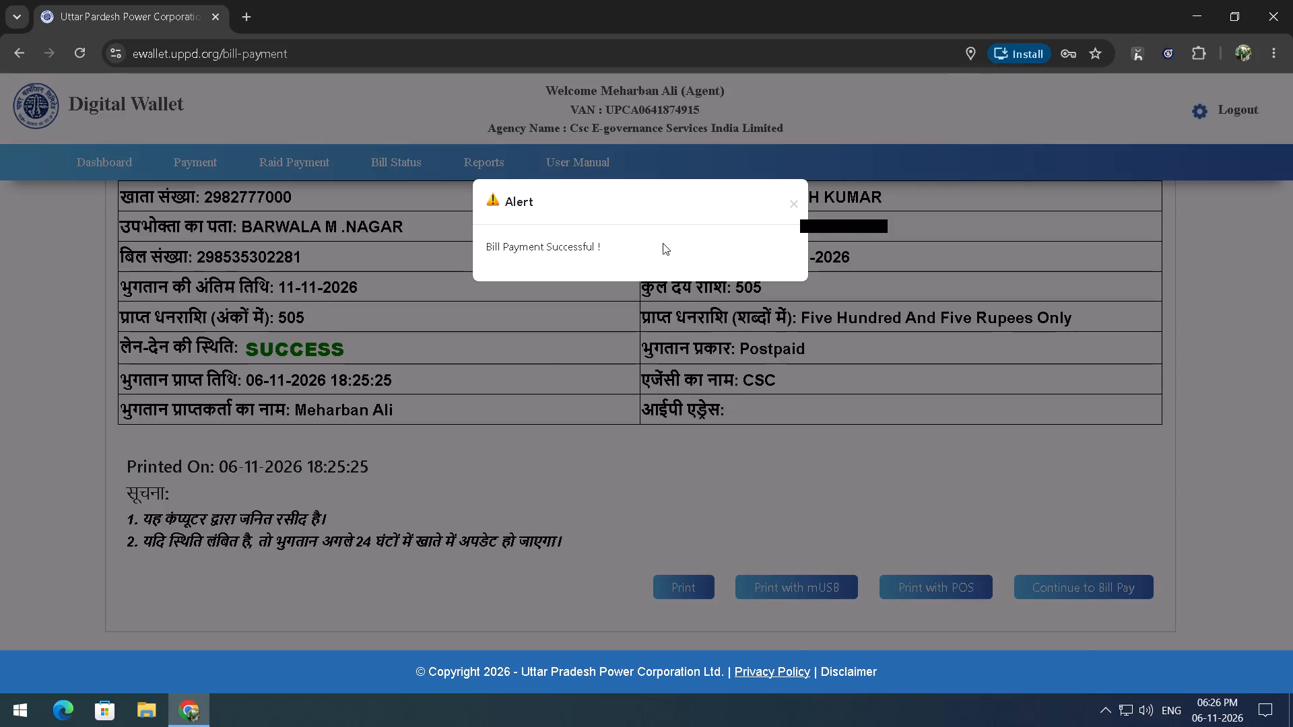
Print the bill payment receipt on the Canon G3010 series in black and white, without headers and footers.
left_click(683, 588)
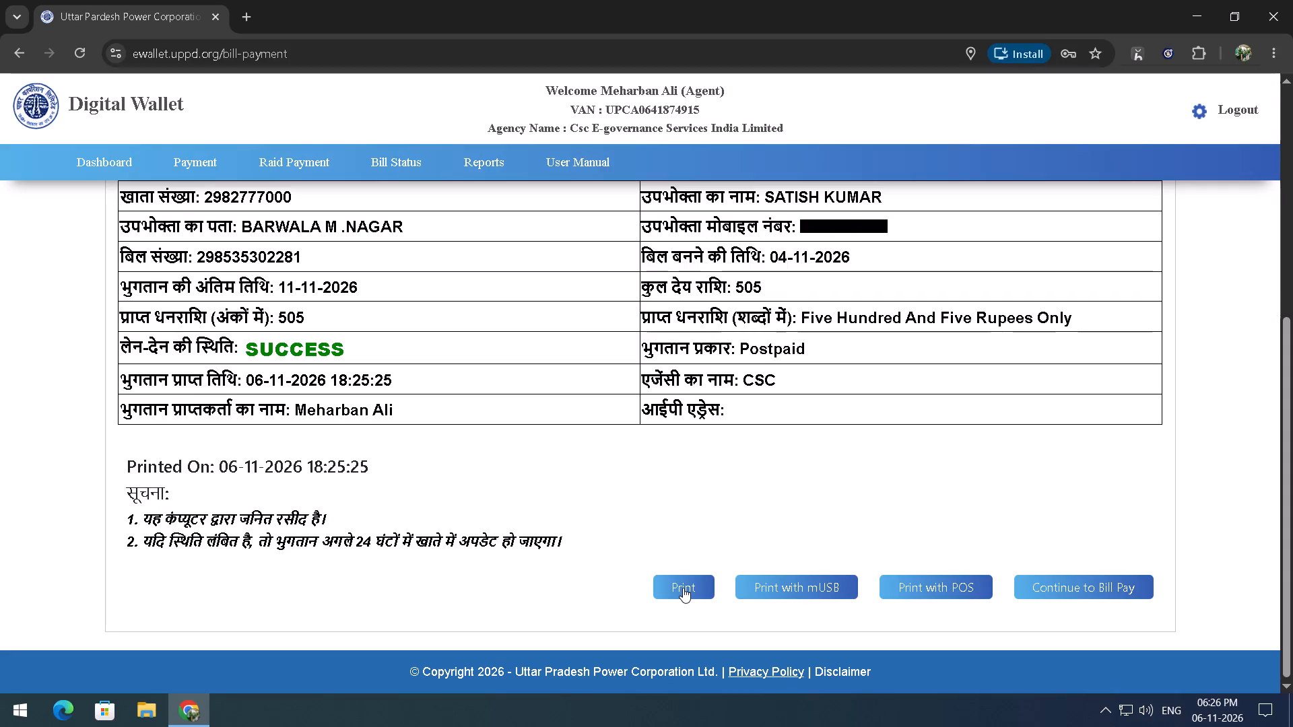
scroll(683, 588, "up", 1)
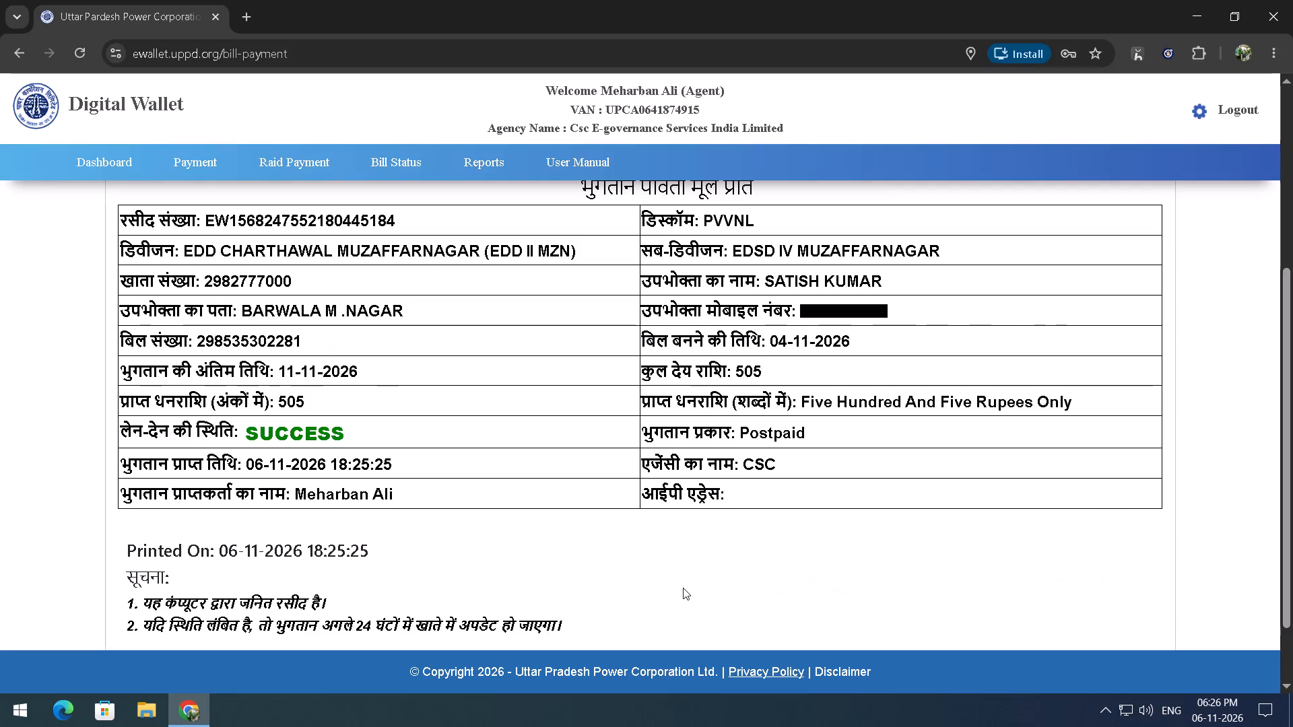
scroll(683, 588, "down", 1)
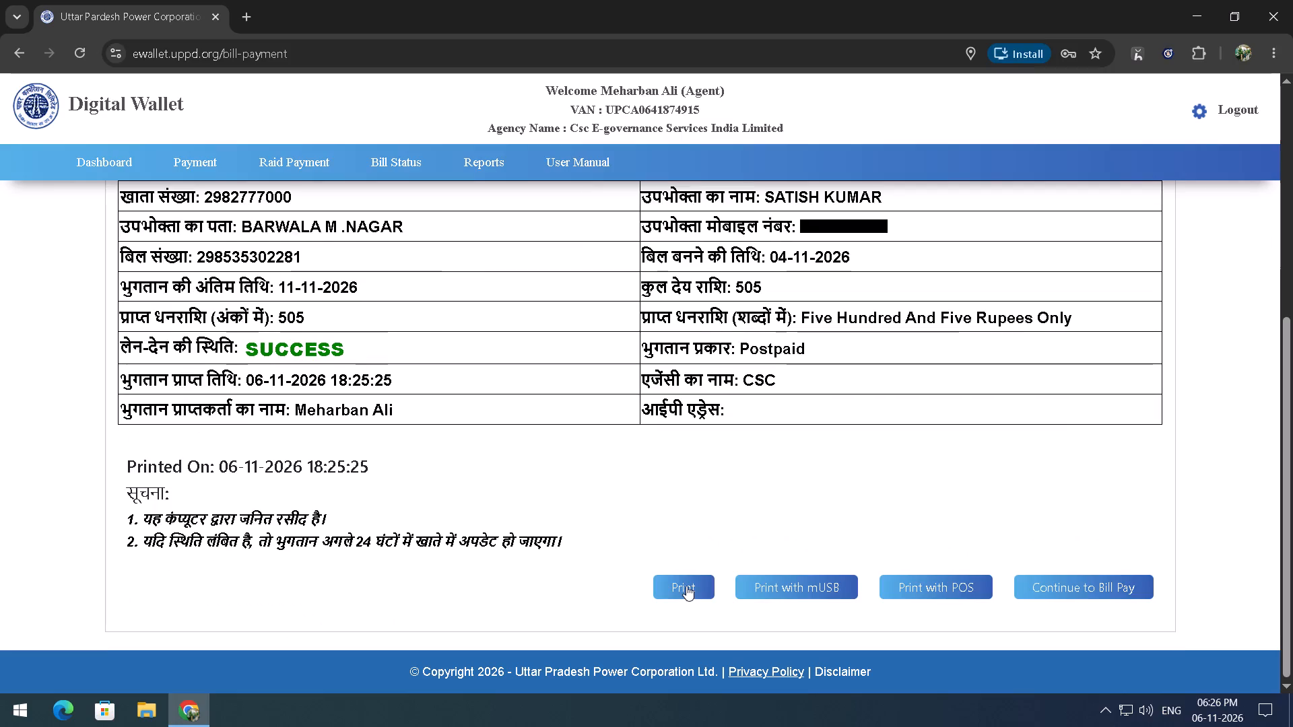
left_click(686, 586)
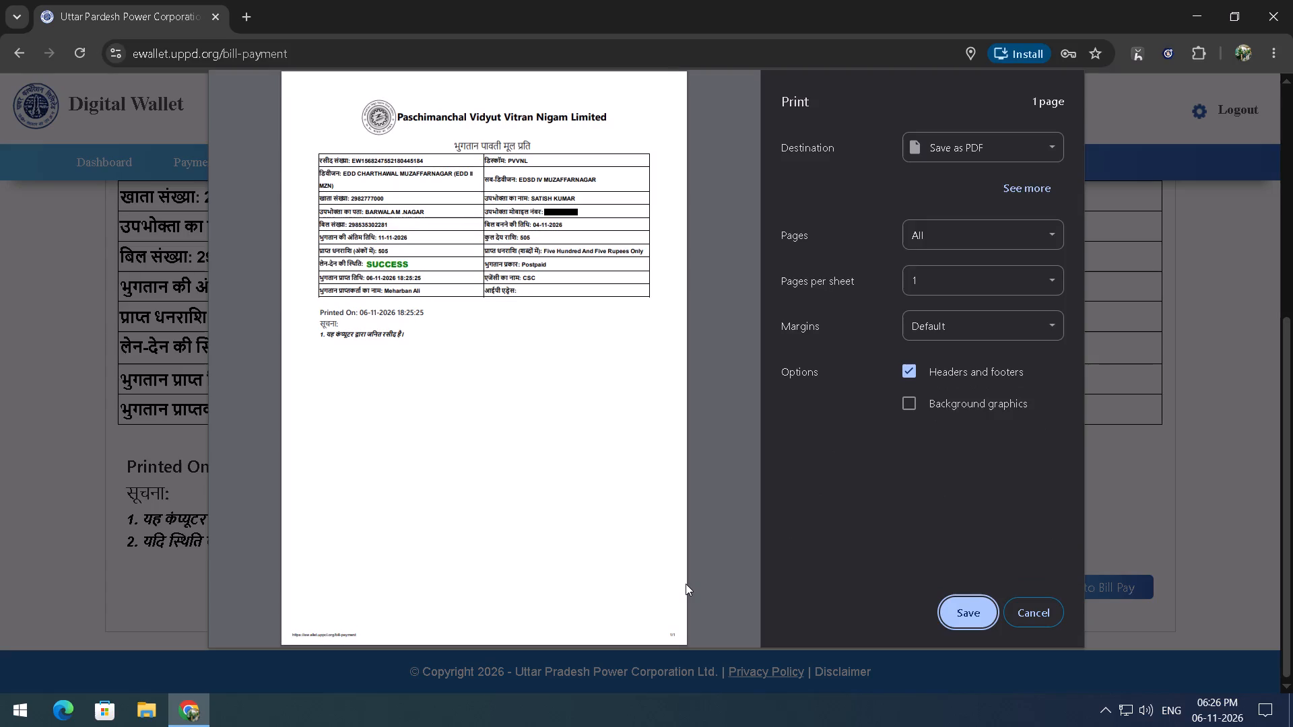
left_click(977, 151)
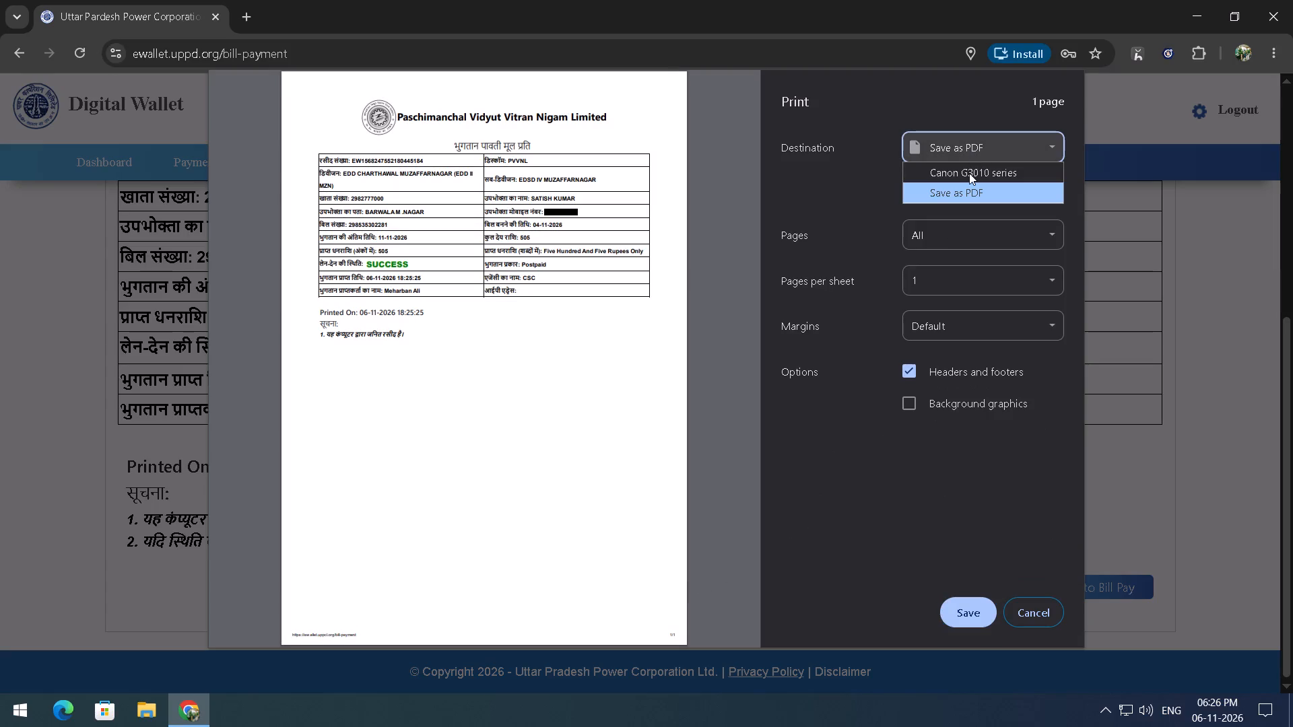
left_click(969, 173)
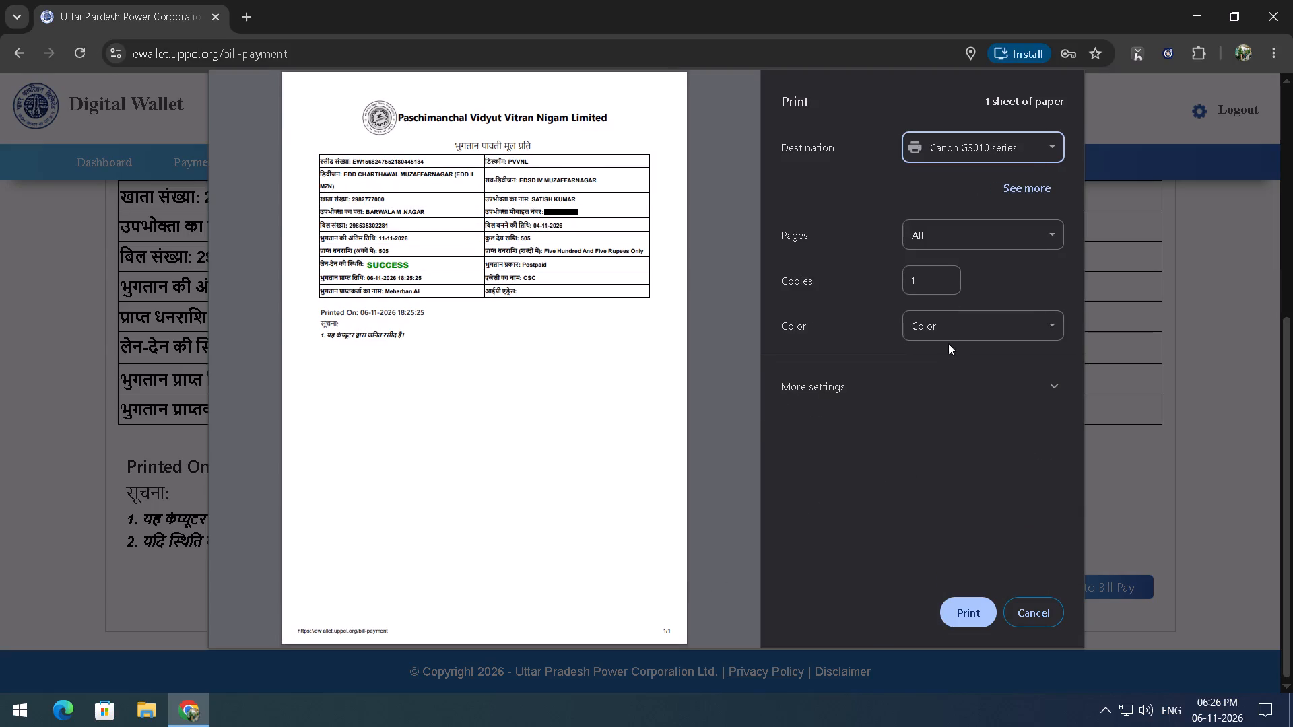
left_click(954, 330)
left_click(949, 349)
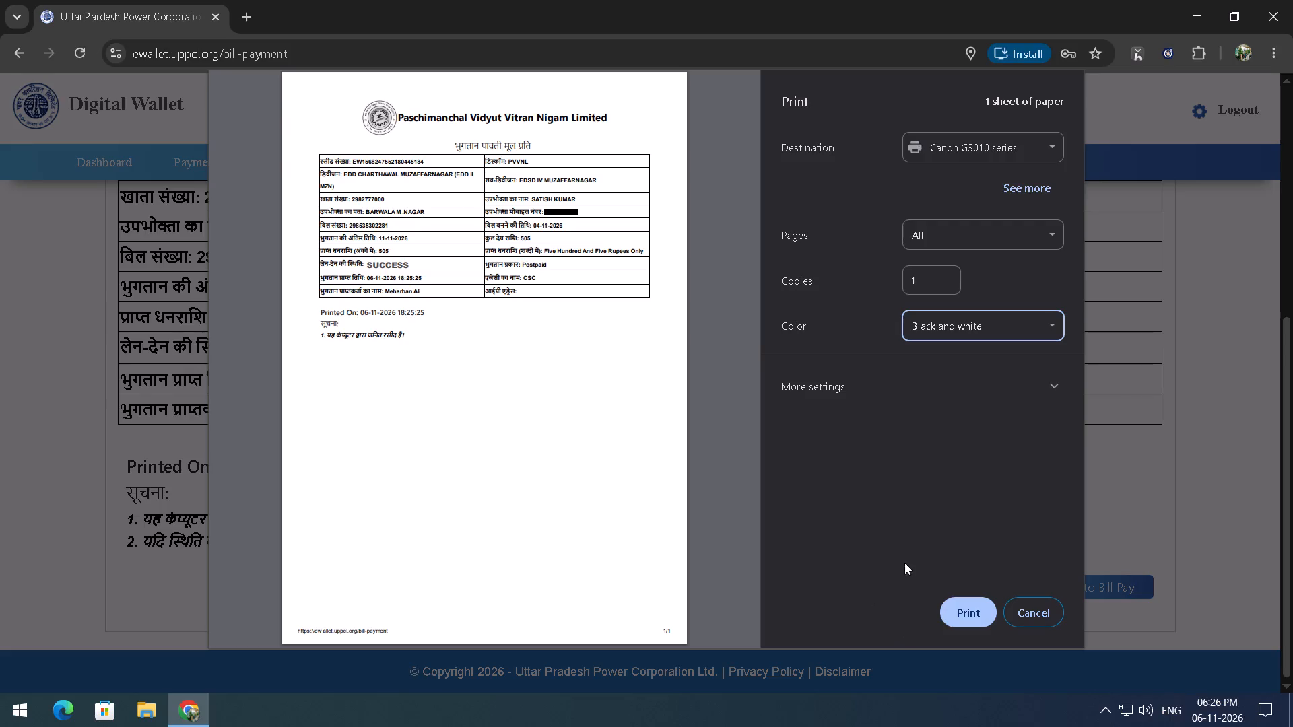
left_click(844, 387)
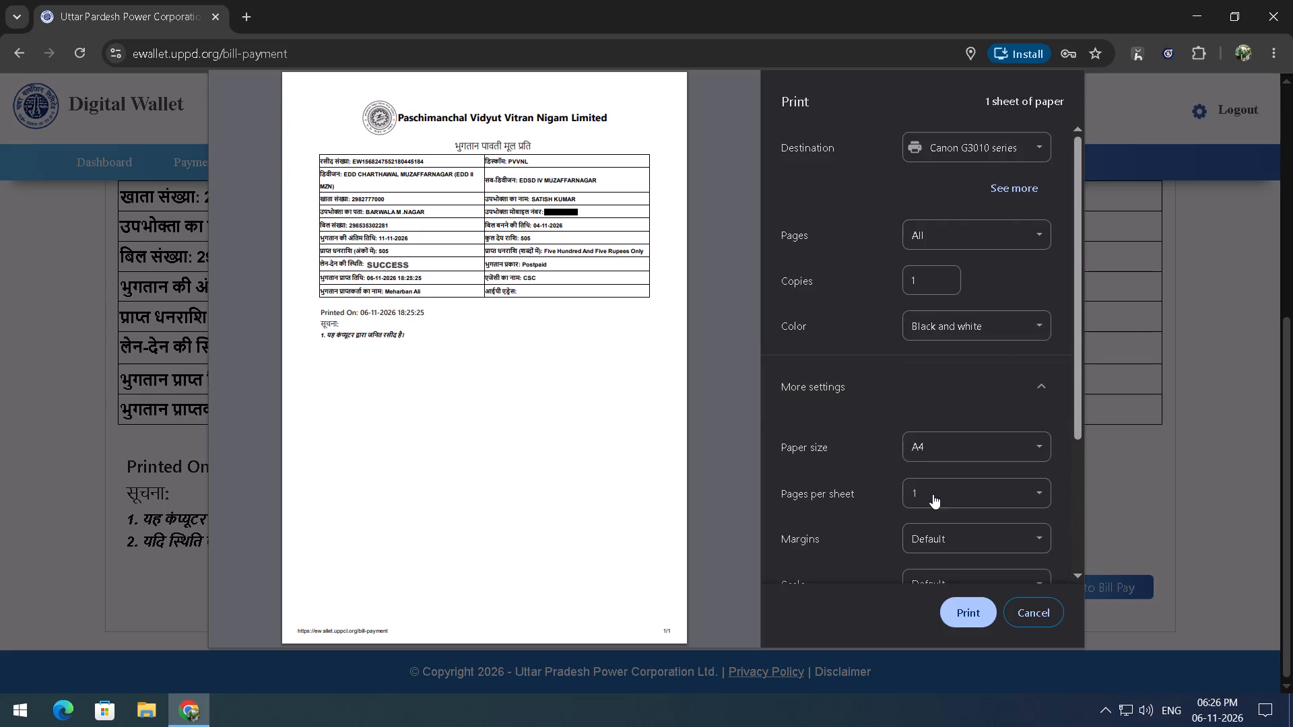
scroll(933, 494, "down", 2)
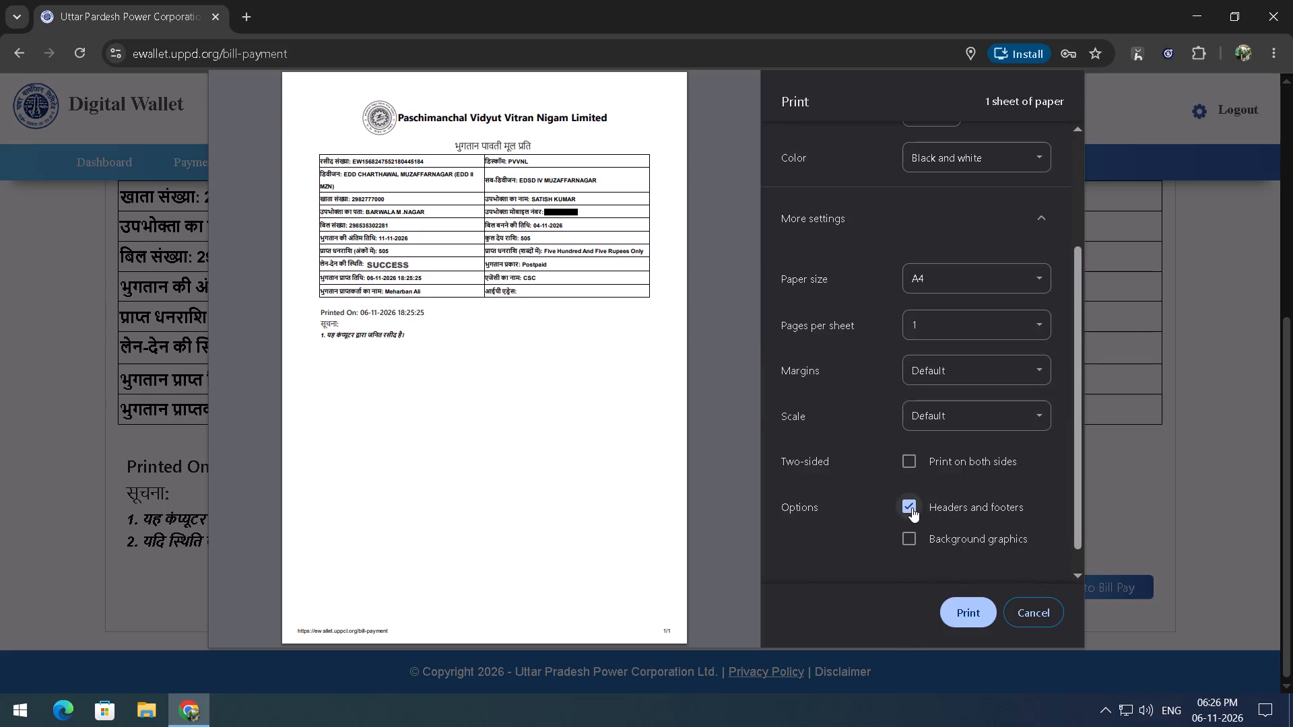
left_click(910, 506)
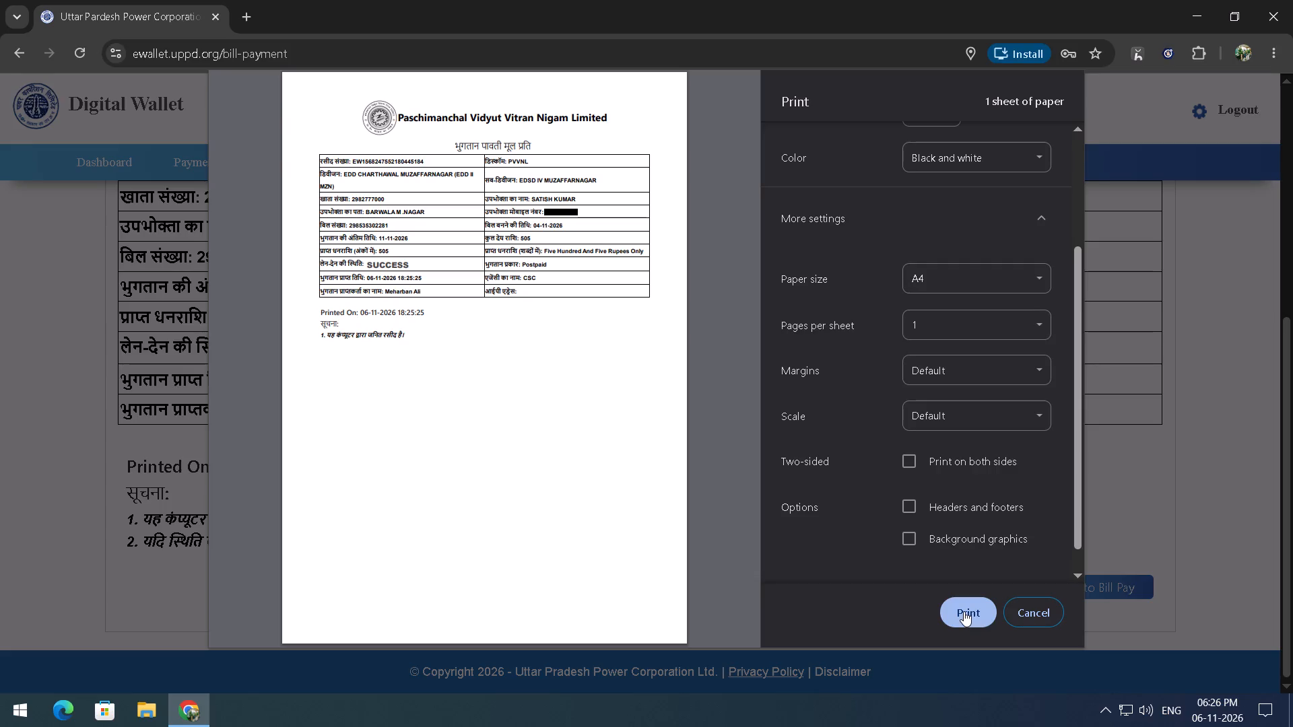
double_click(964, 611)
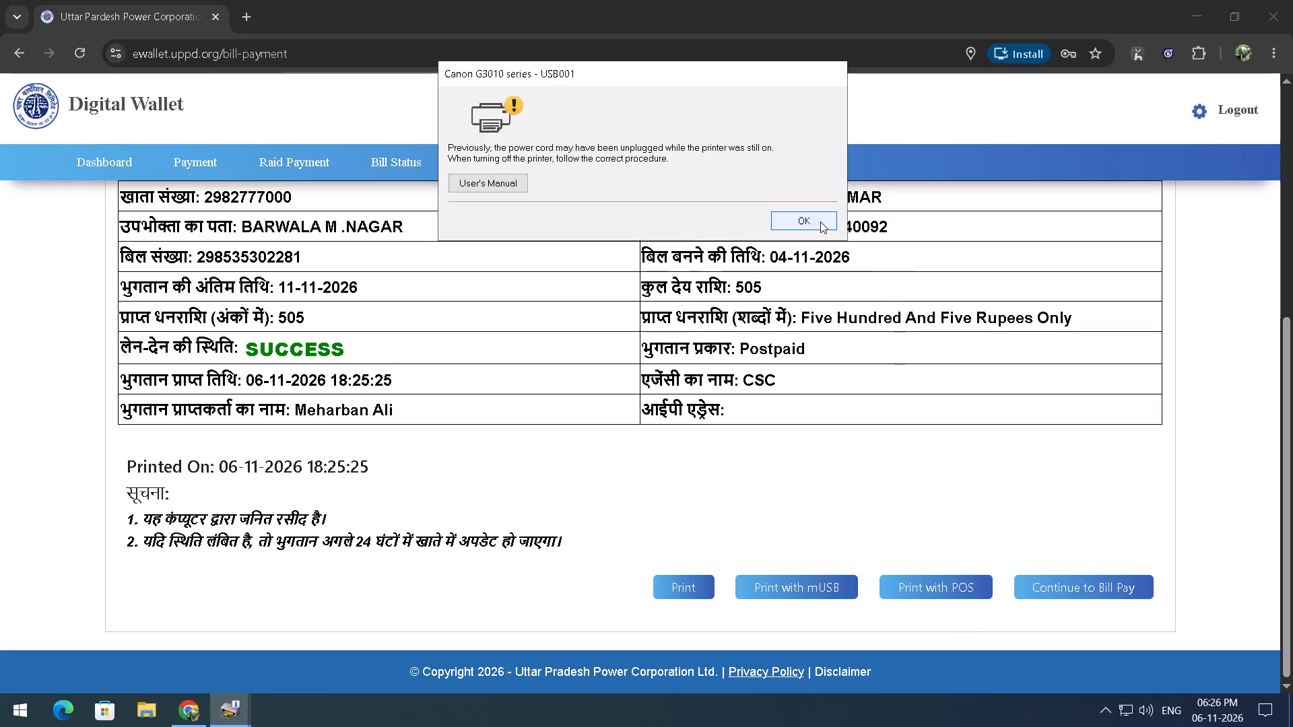
left_click(809, 223)
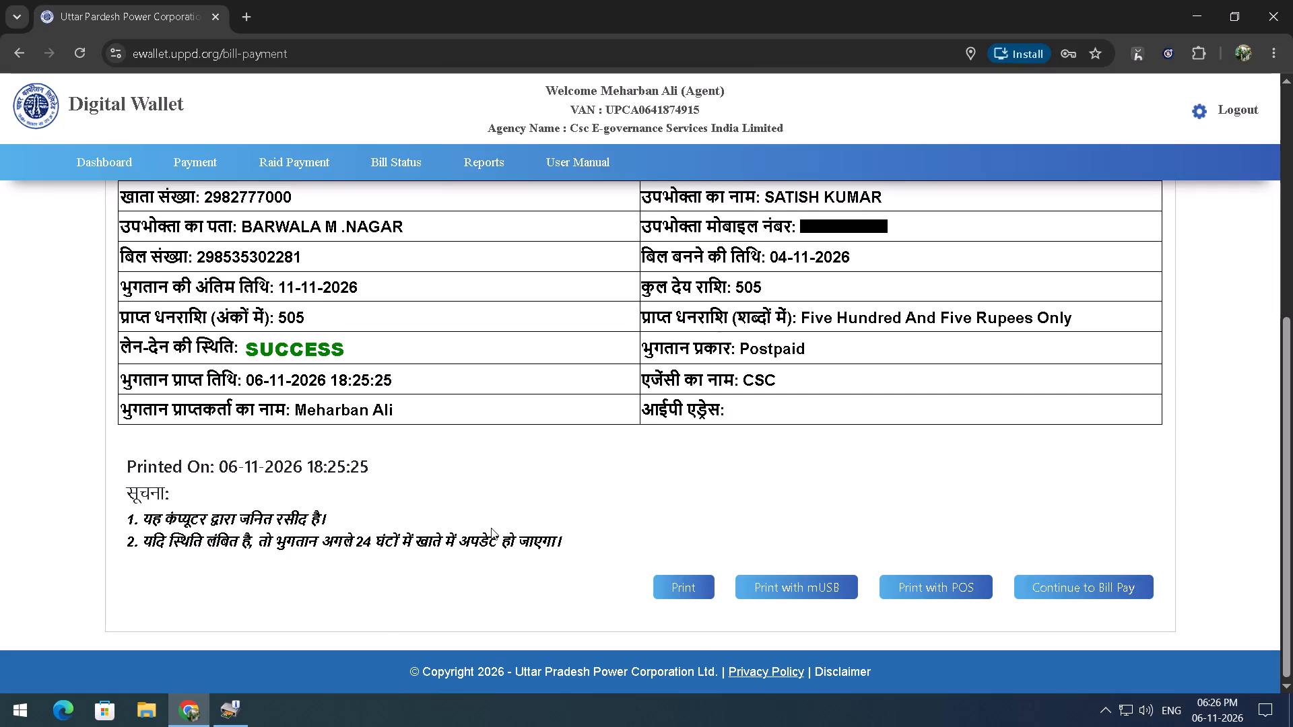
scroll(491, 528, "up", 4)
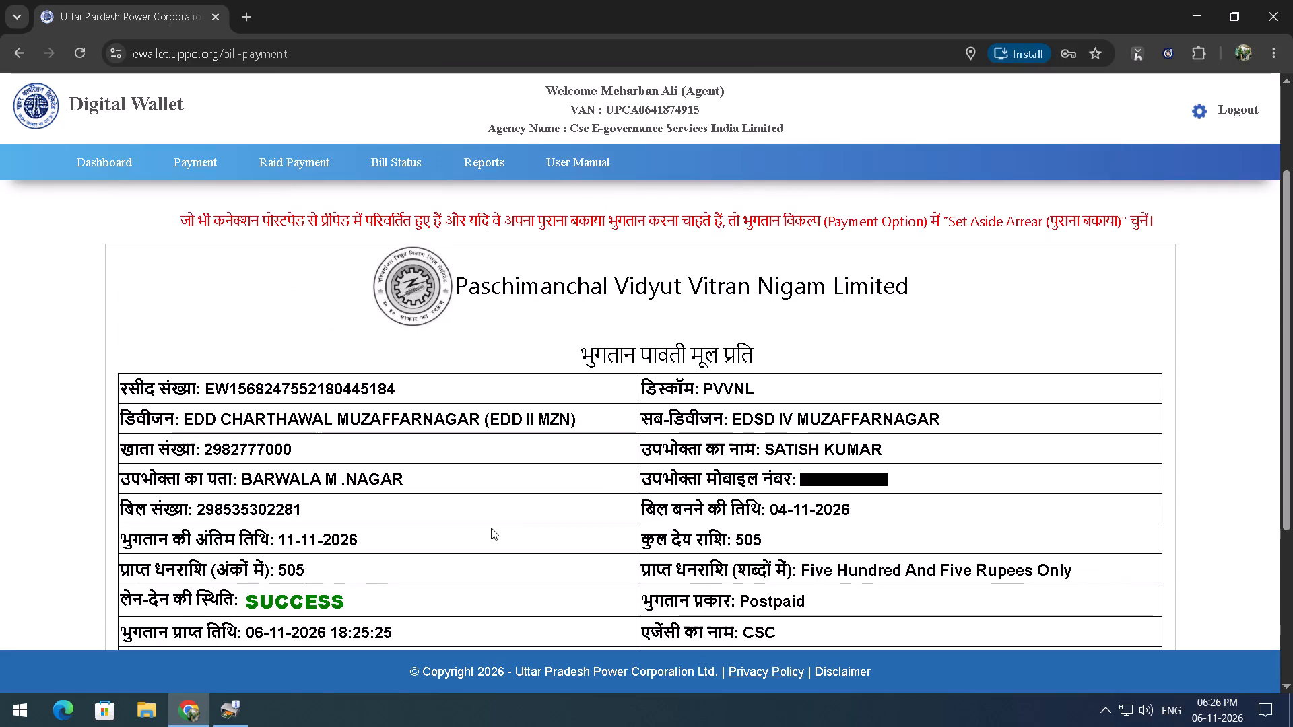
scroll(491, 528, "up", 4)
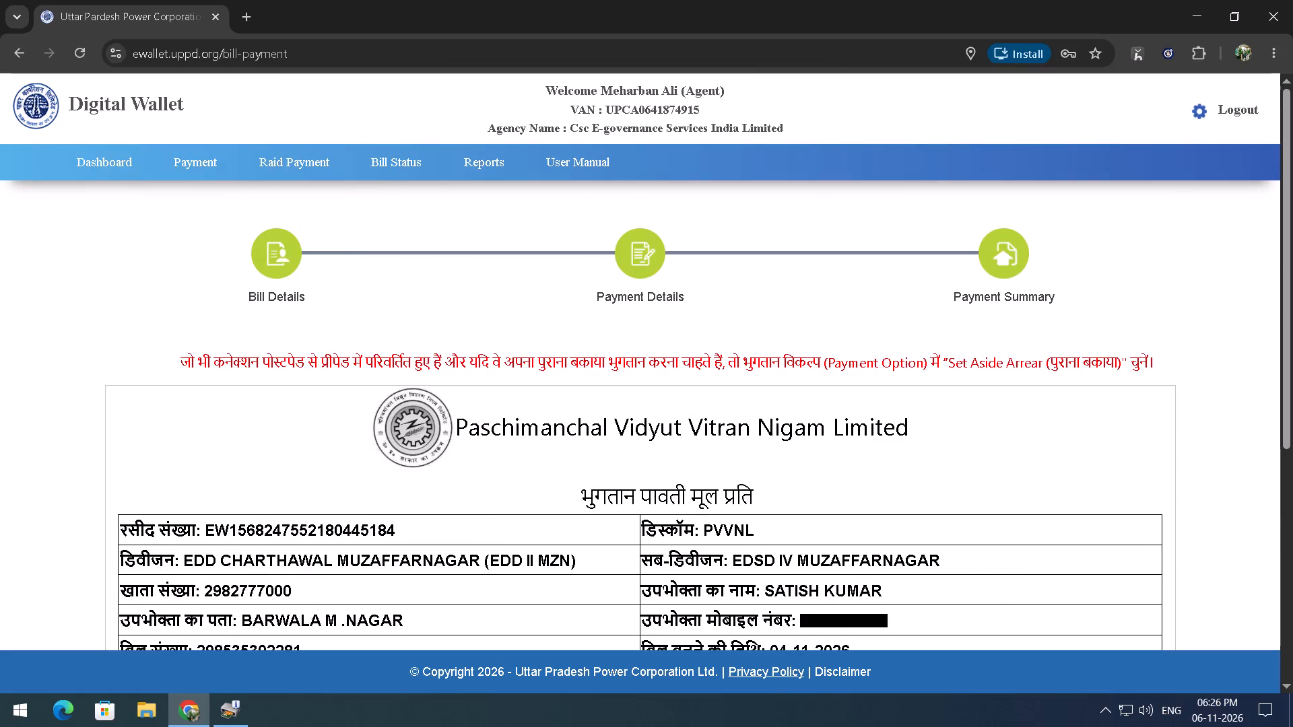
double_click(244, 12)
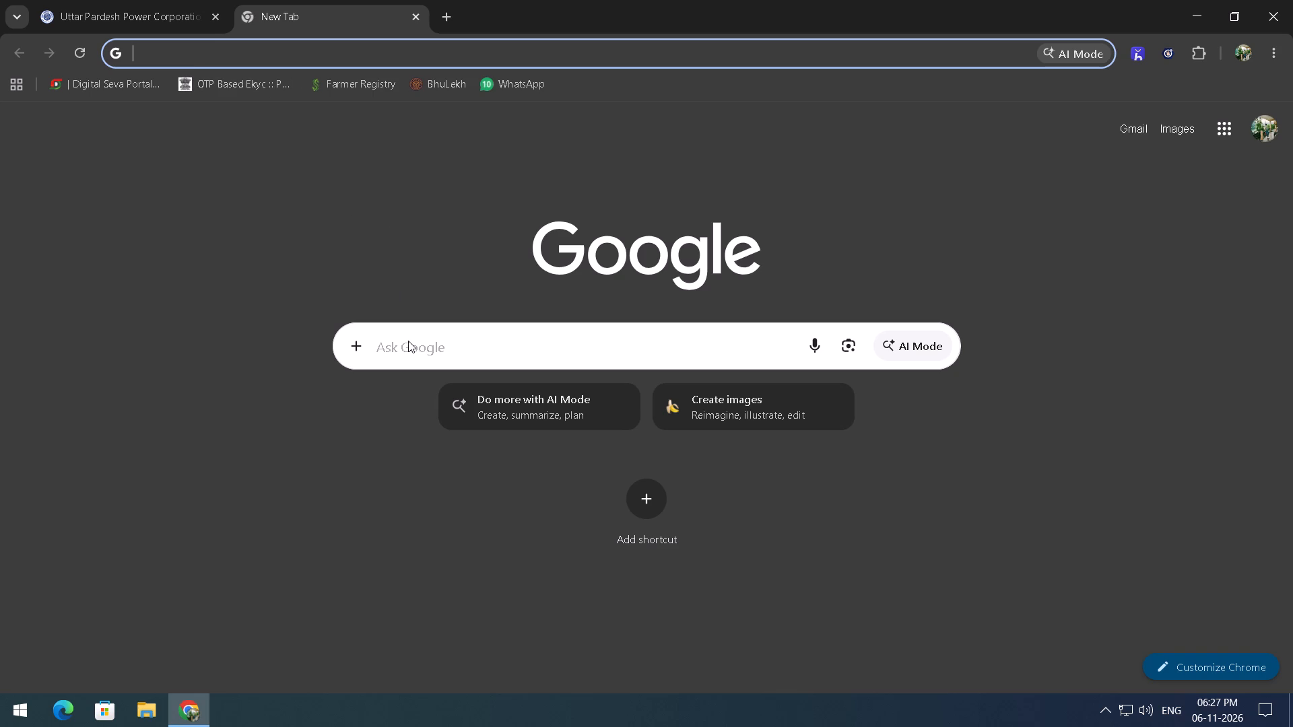
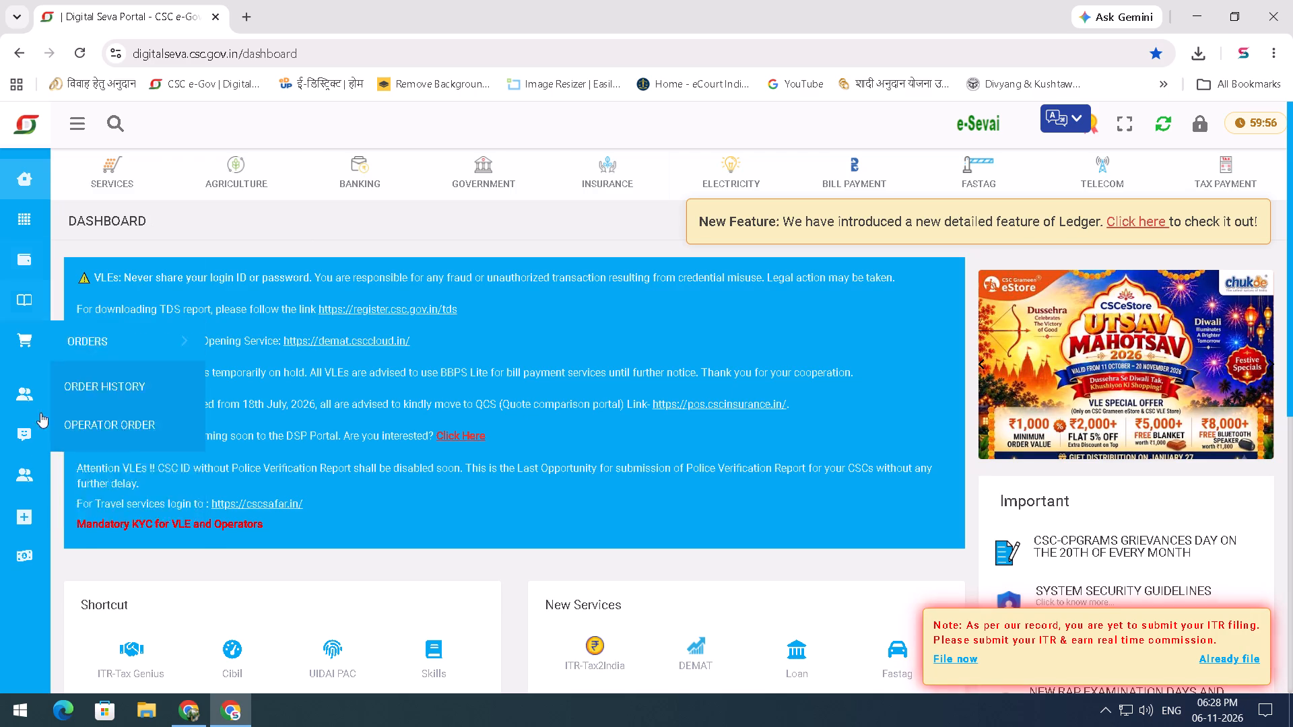
Open the CSC Pay login page from the Digital Seva dashboard.
left_click(31, 555)
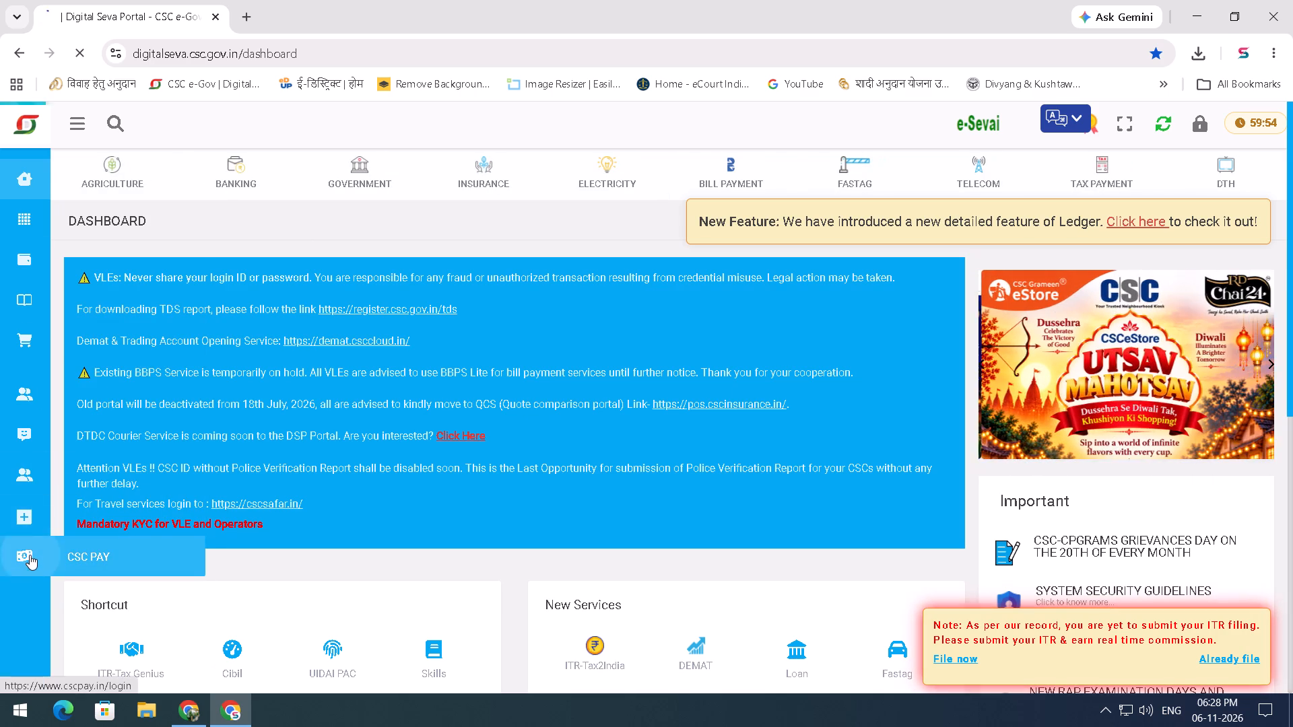